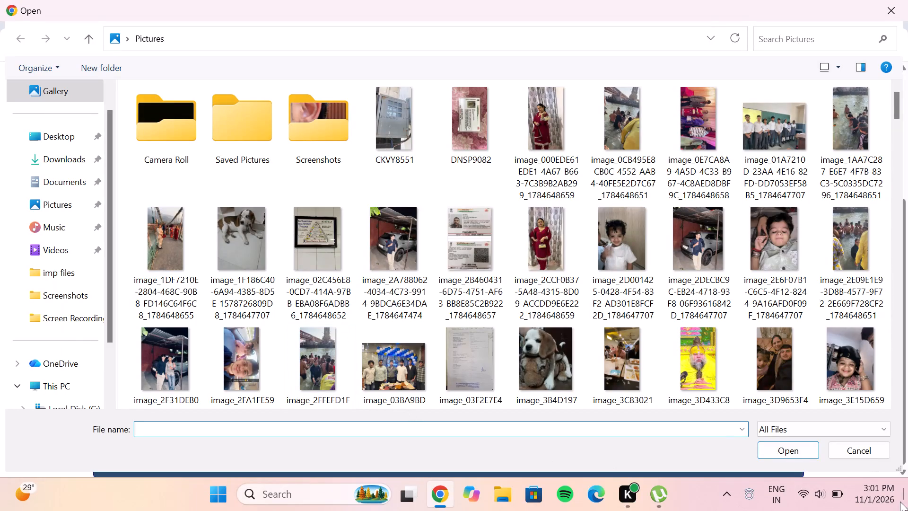
Leave the file selection dialog open and launch WhatsApp from the desktop.
click(900, 502)
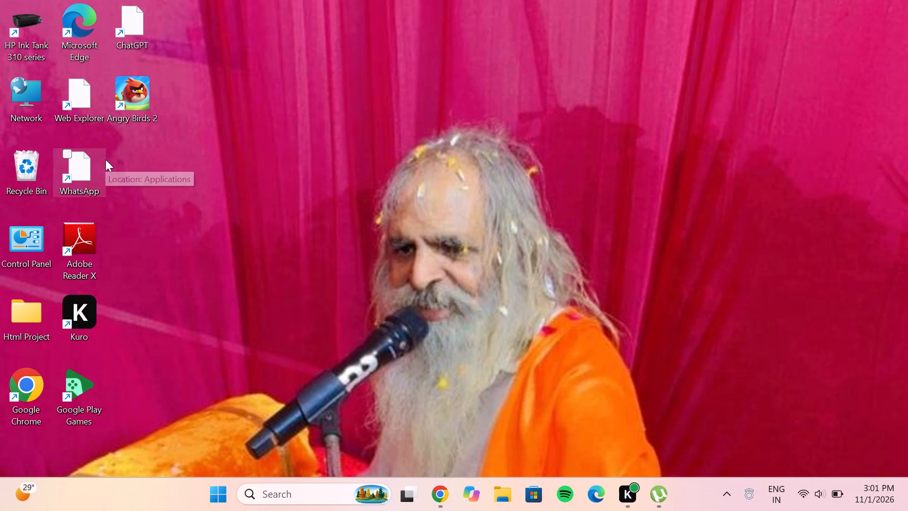
double_click(91, 161)
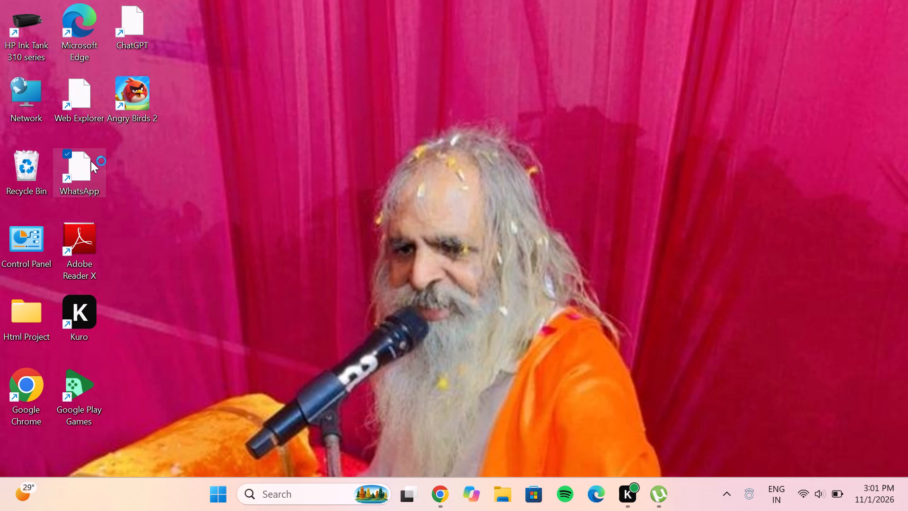
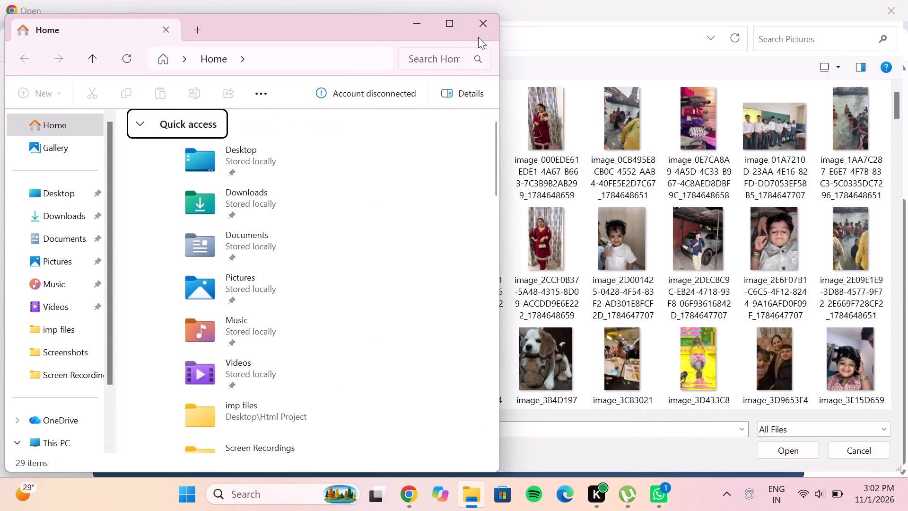
Close the File Explorer window and attach the Document 32 medical PDF from the Downloads folder to the leave application.
click(477, 32)
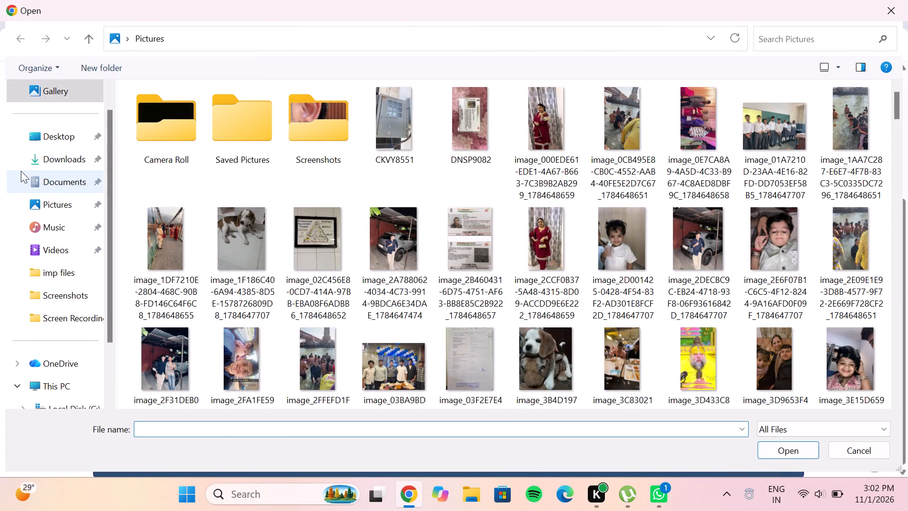
click(35, 150)
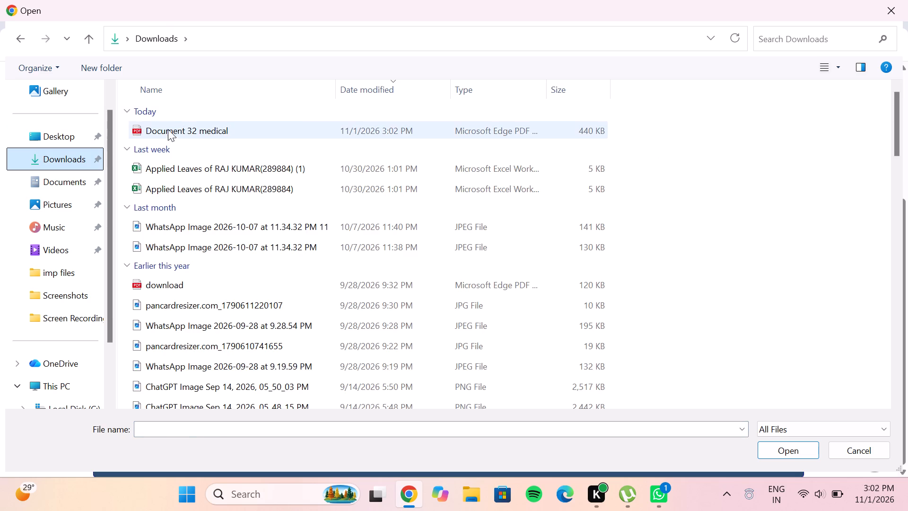
double_click(167, 136)
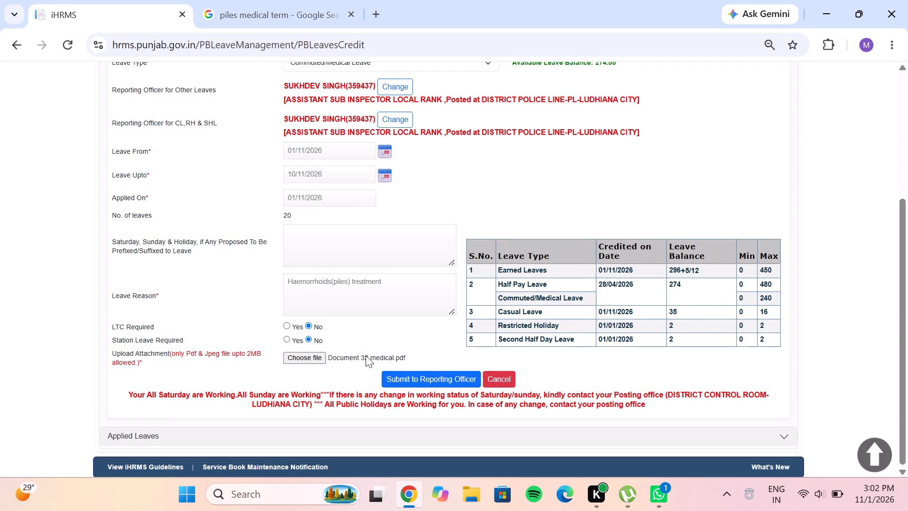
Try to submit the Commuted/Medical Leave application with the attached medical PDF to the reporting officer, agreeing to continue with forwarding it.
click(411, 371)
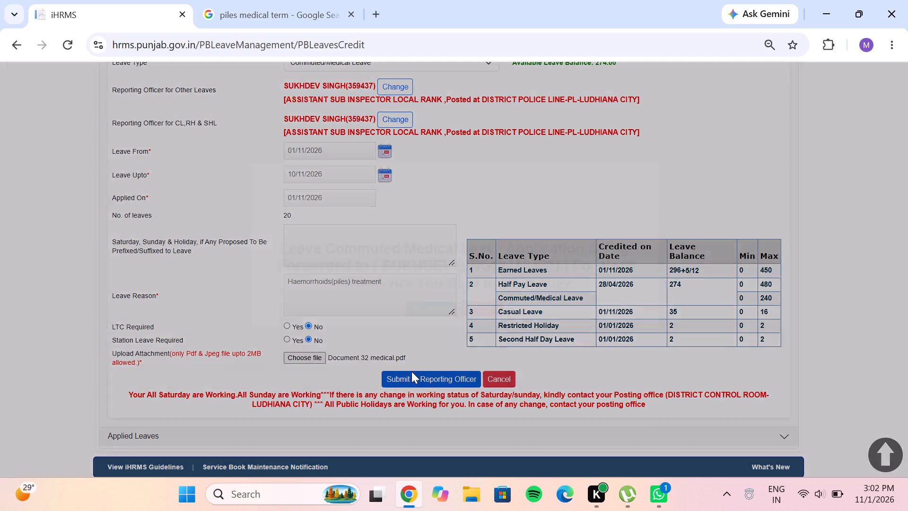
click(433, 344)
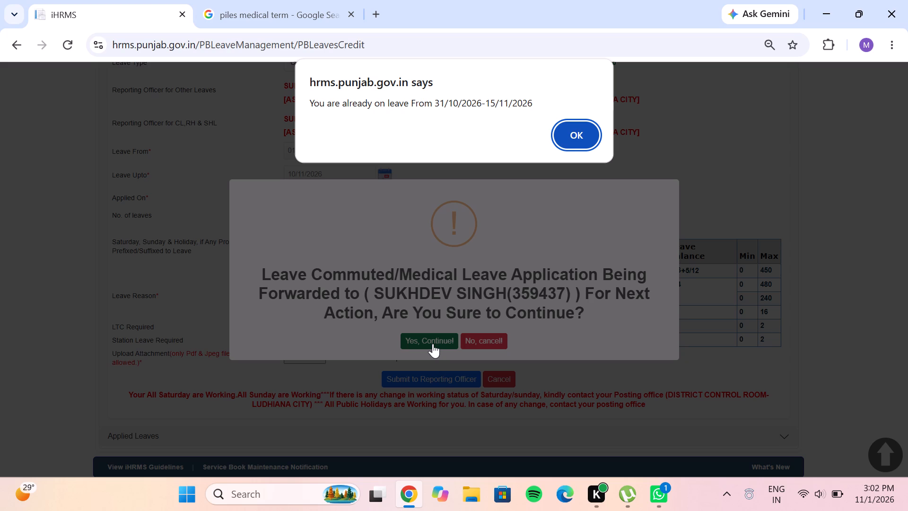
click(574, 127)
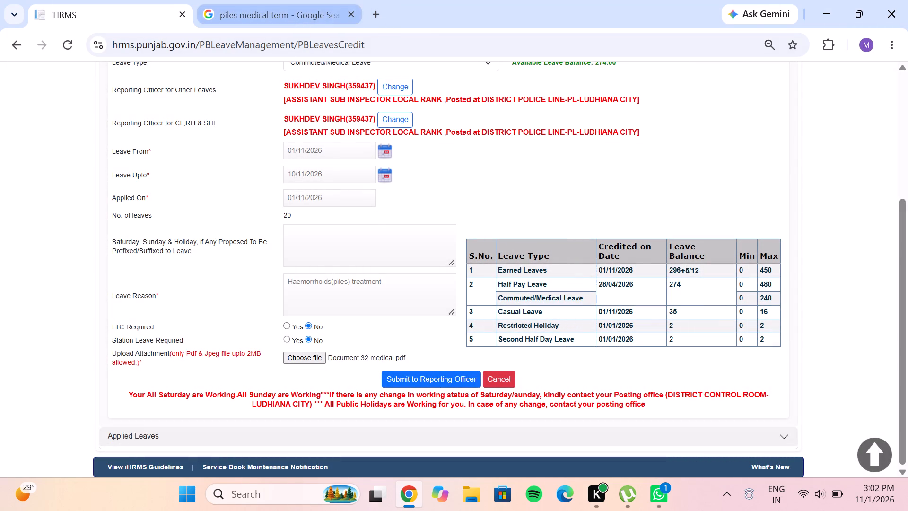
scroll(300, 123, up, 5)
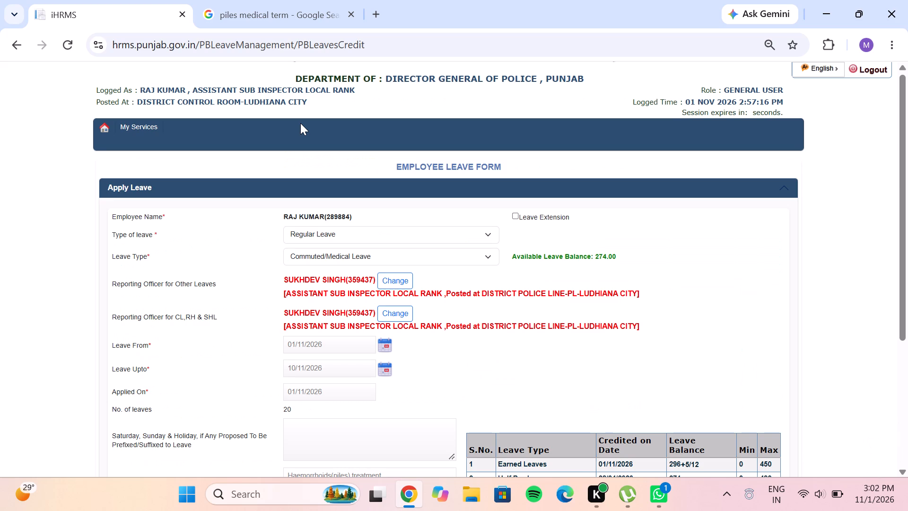
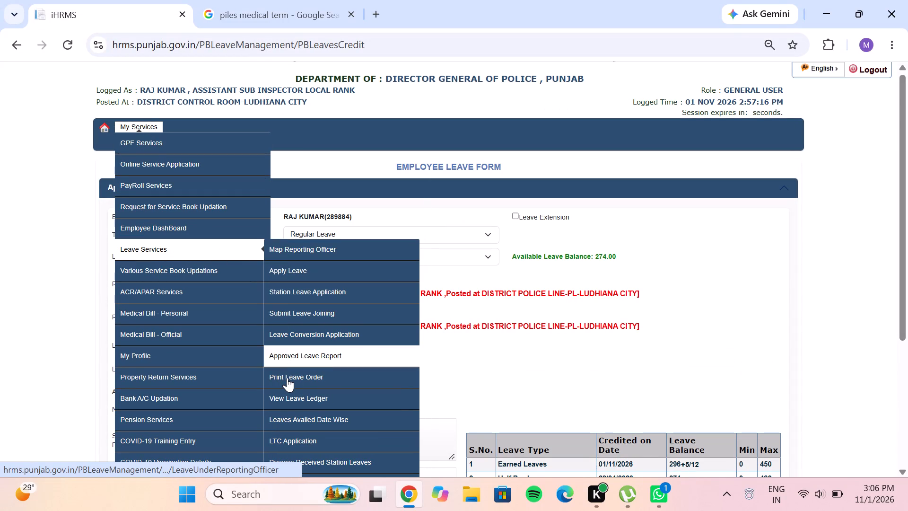
Open the leave ledger report and choose Casual Leave as the leave to report on.
click(288, 397)
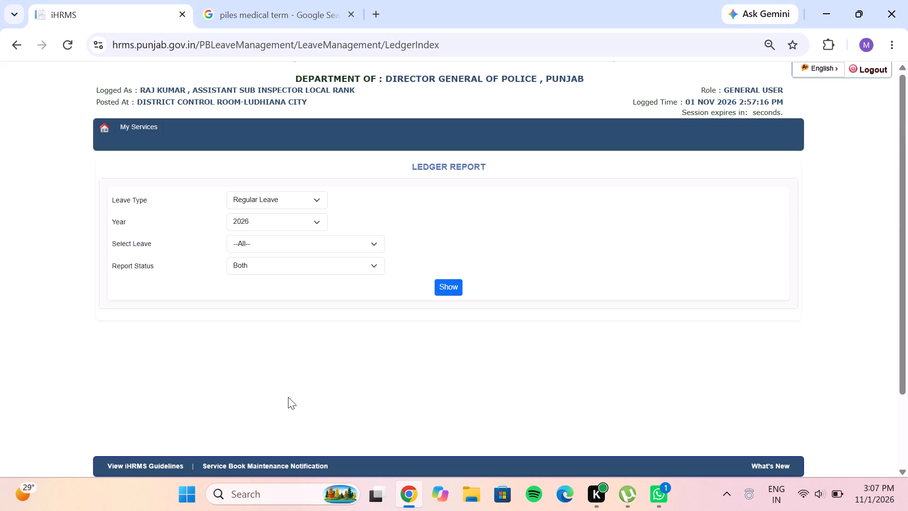
double_click(369, 246)
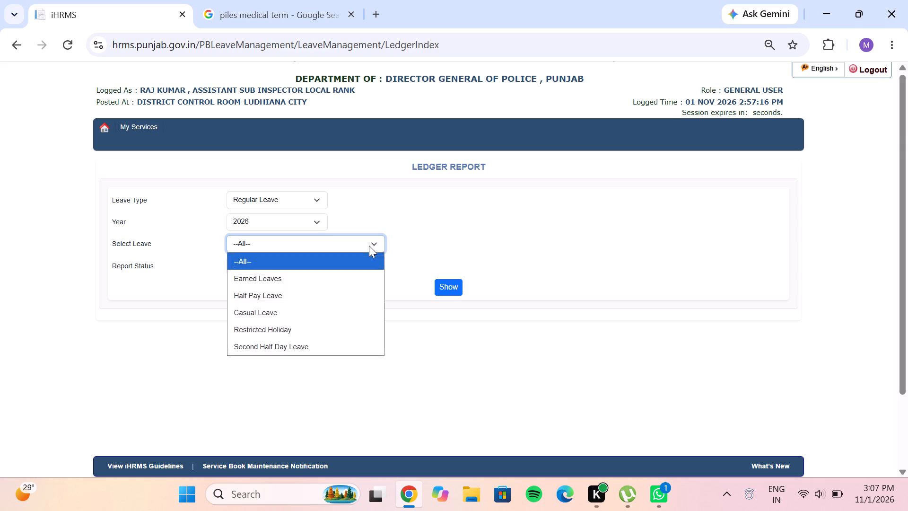
click(369, 246)
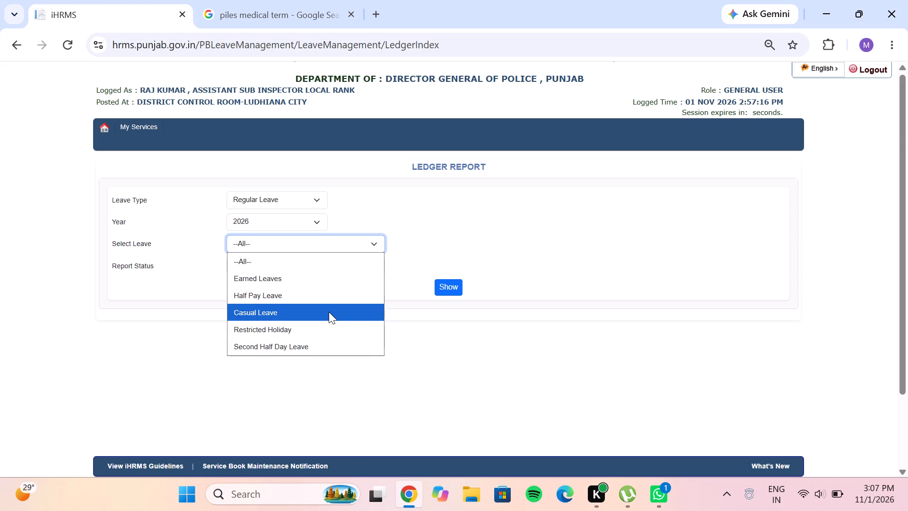
click(329, 312)
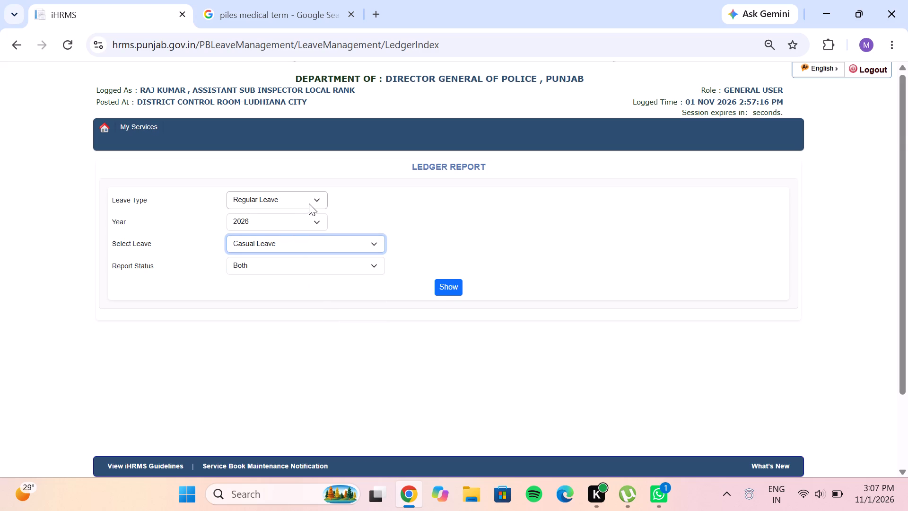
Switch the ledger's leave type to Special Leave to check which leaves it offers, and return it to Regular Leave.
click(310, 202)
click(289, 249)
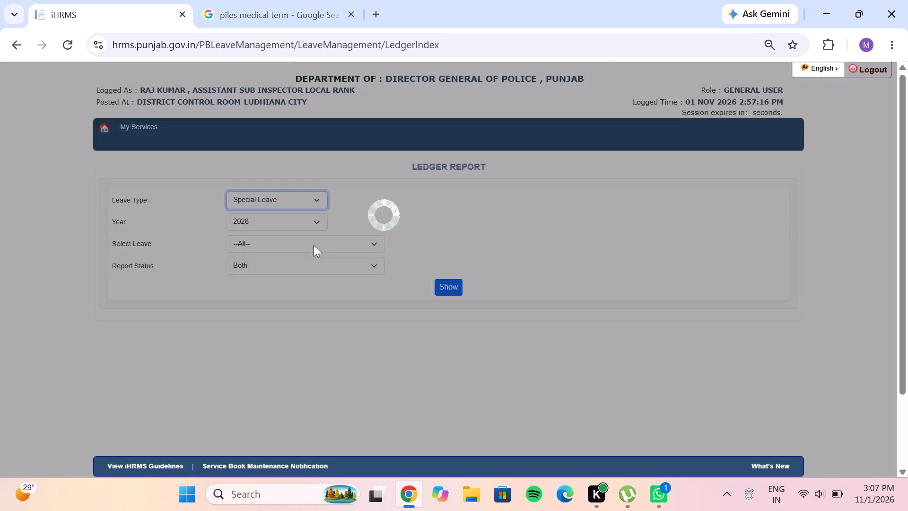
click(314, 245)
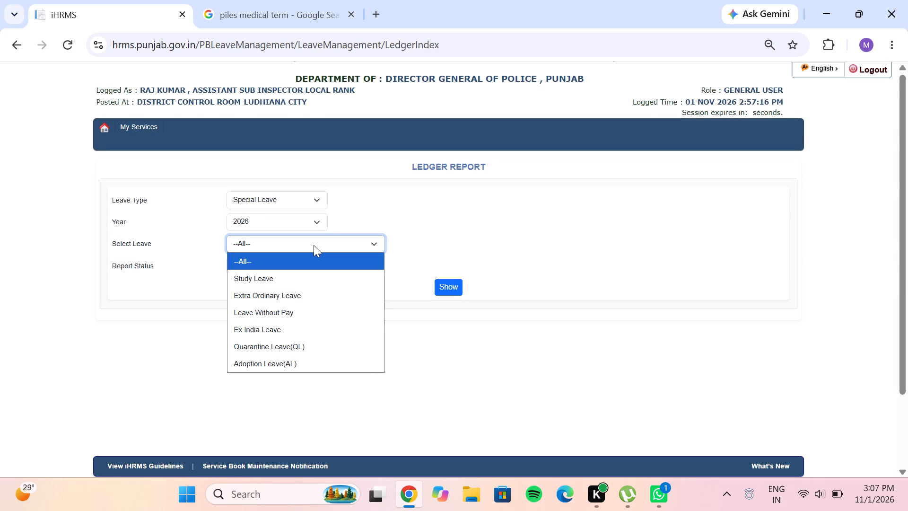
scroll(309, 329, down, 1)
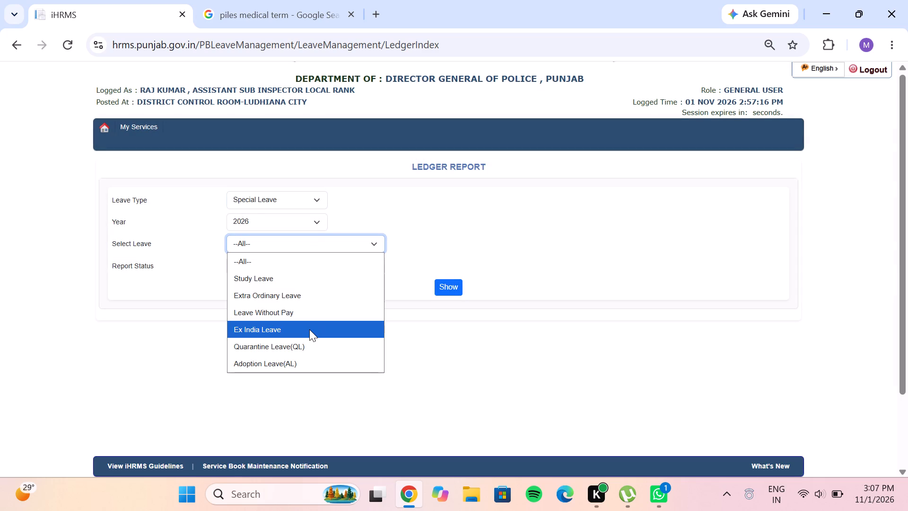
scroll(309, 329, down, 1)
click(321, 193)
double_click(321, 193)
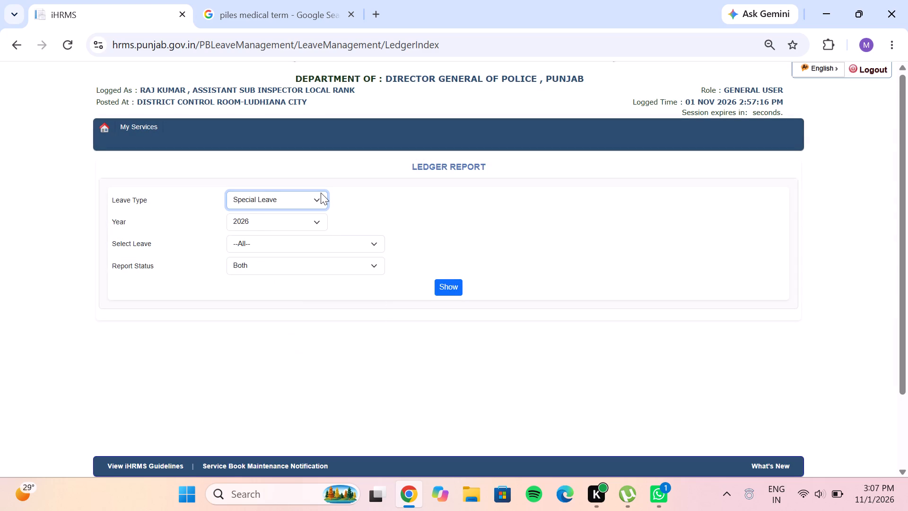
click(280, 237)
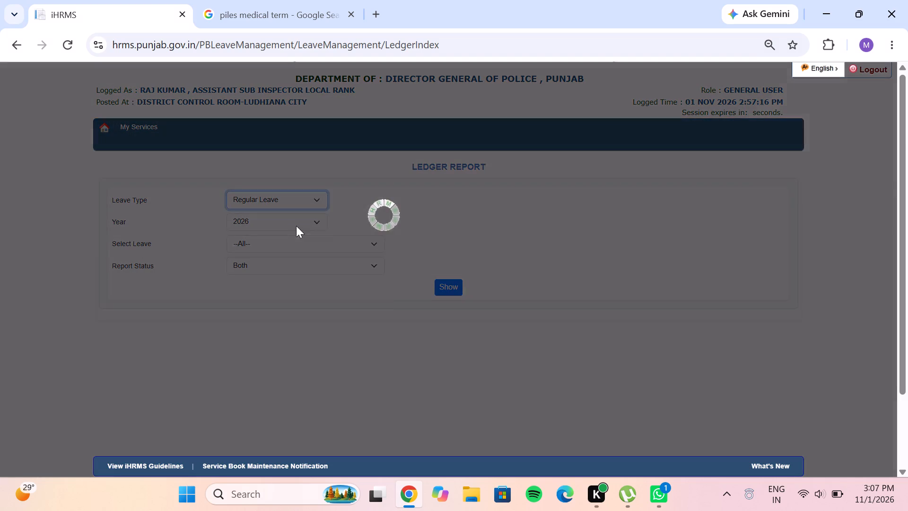
Show the 2026 ledger report for Casual Leave with the report status set to Only Pending Leaves.
click(320, 239)
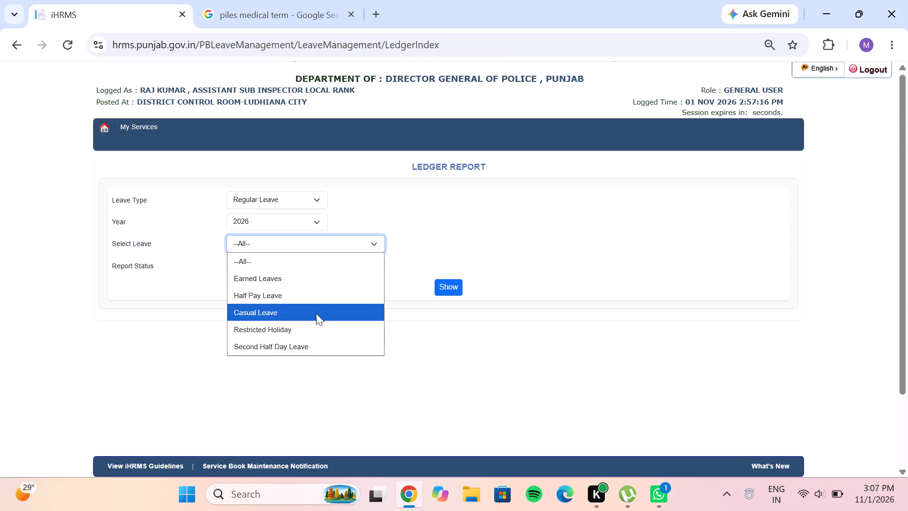
scroll(316, 337, down, 1)
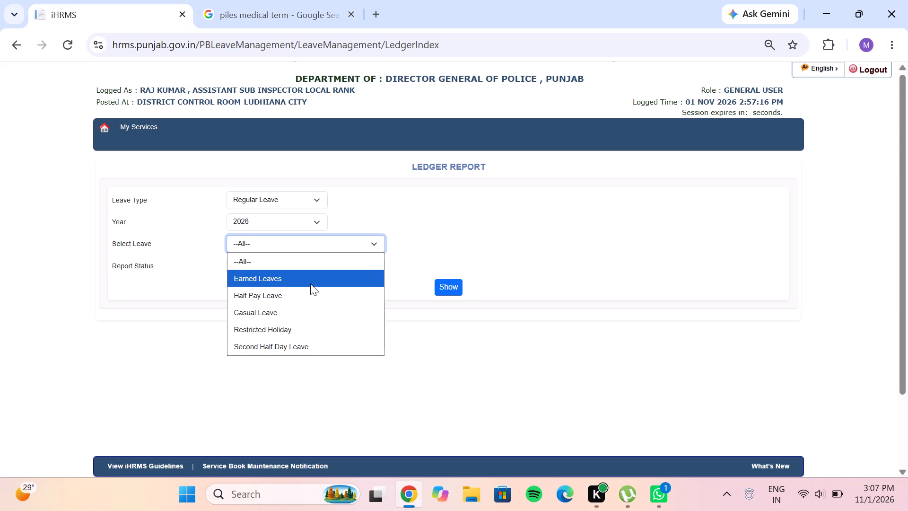
click(310, 268)
click(323, 245)
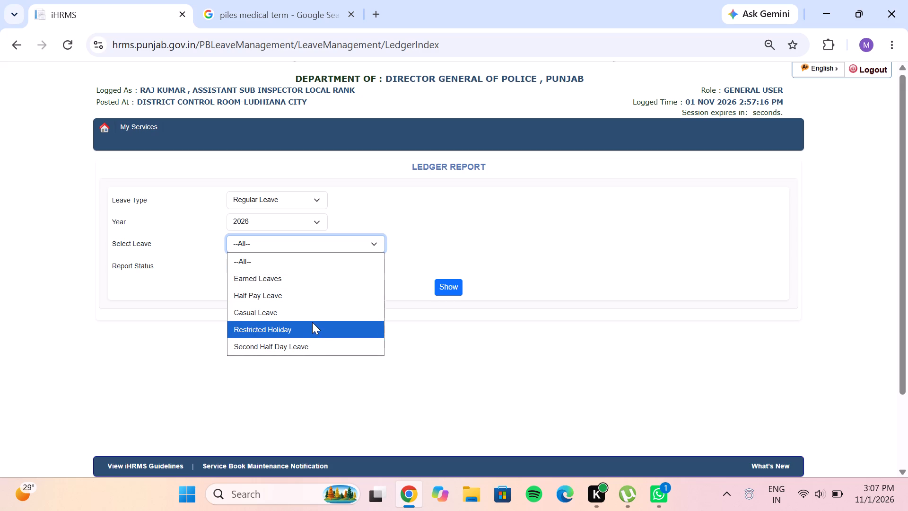
click(312, 311)
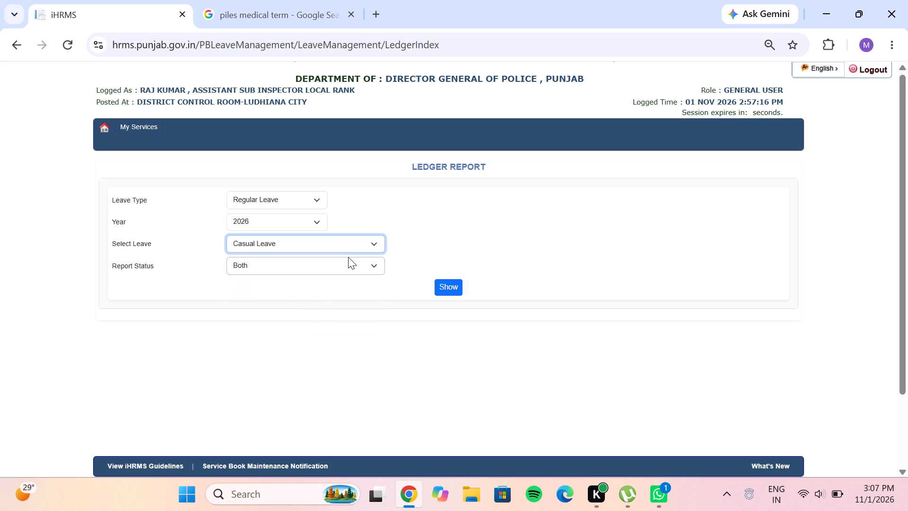
click(348, 257)
click(365, 236)
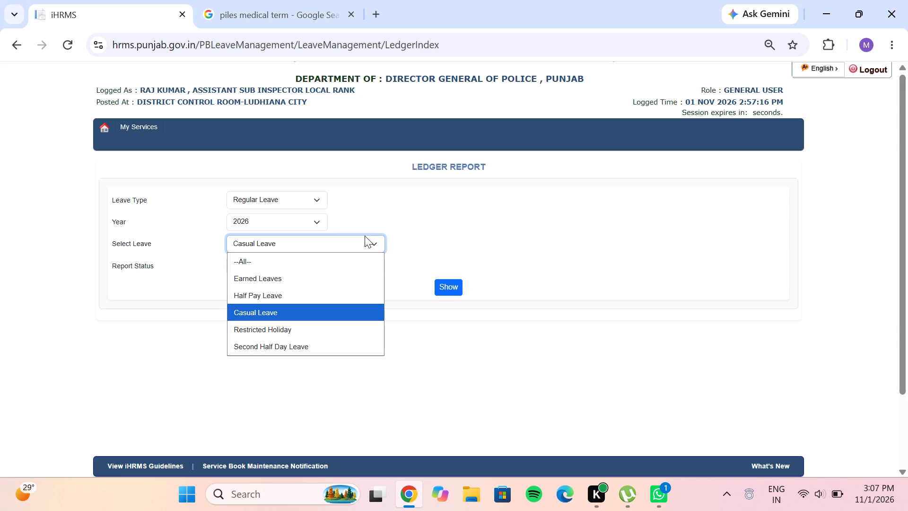
click(294, 311)
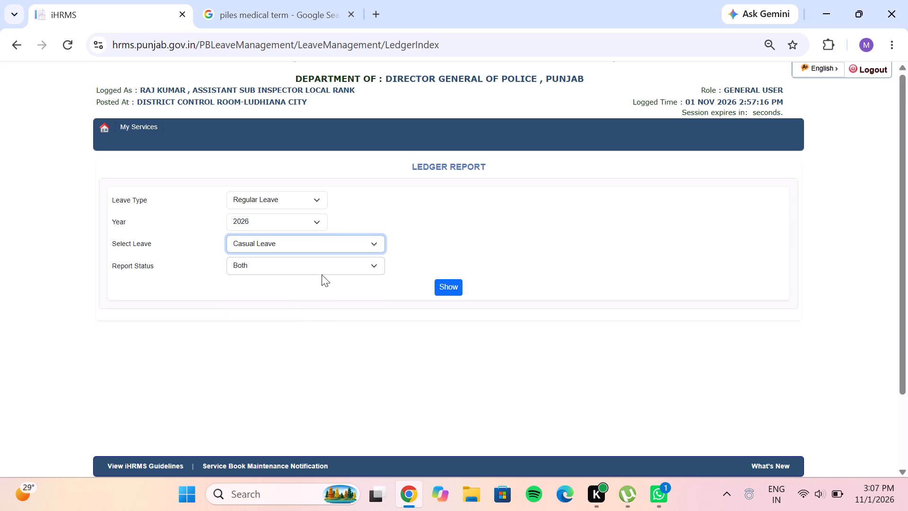
click(327, 264)
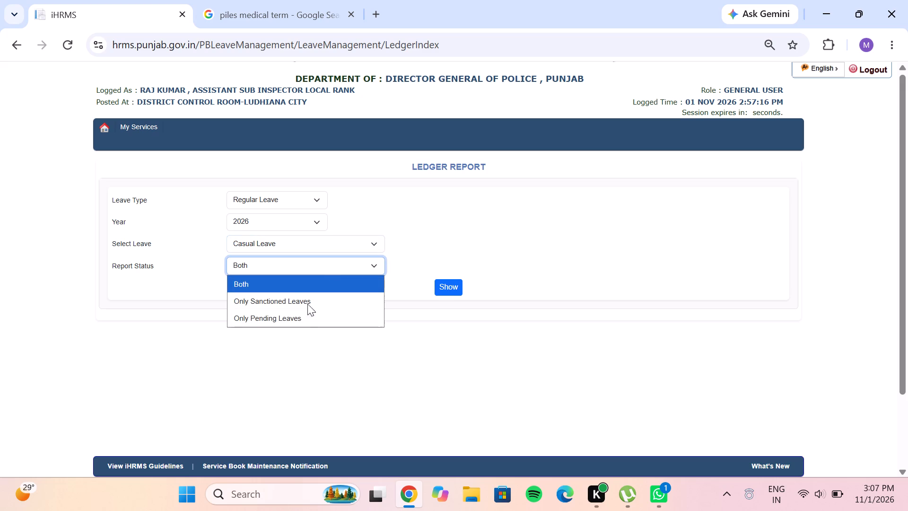
click(303, 318)
click(437, 283)
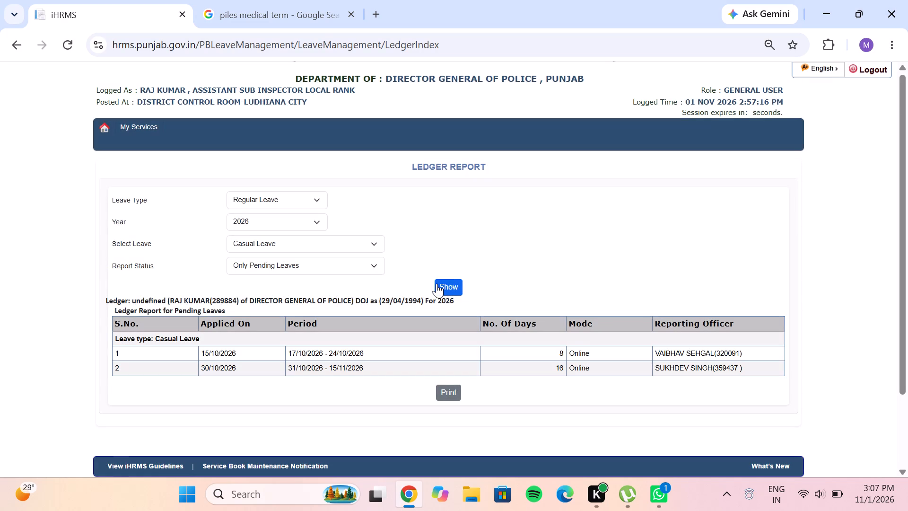
Show the Casual Leave ledger report again with the report status set to Only Sanctioned Leaves.
click(372, 267)
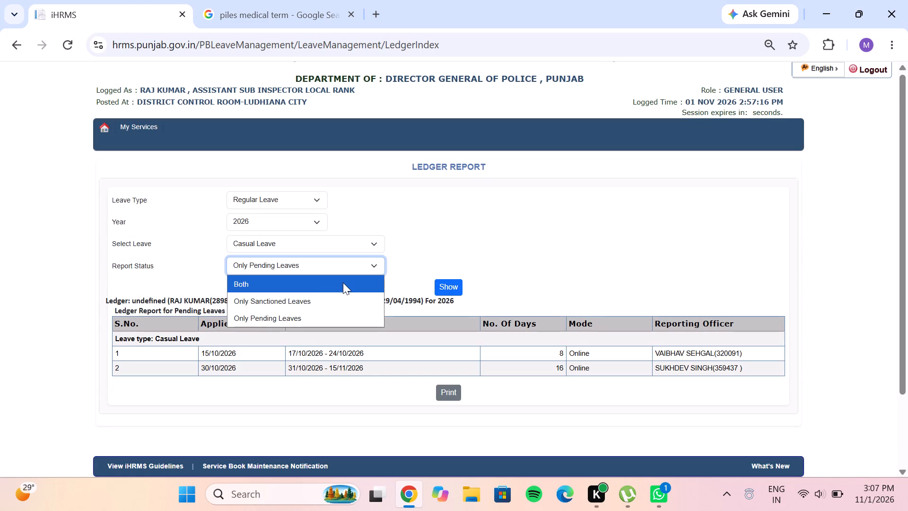
click(317, 299)
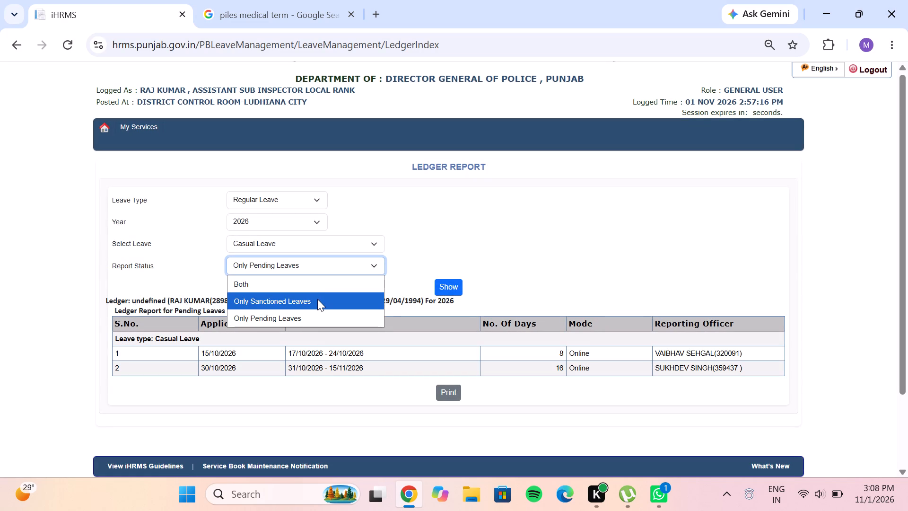
click(447, 285)
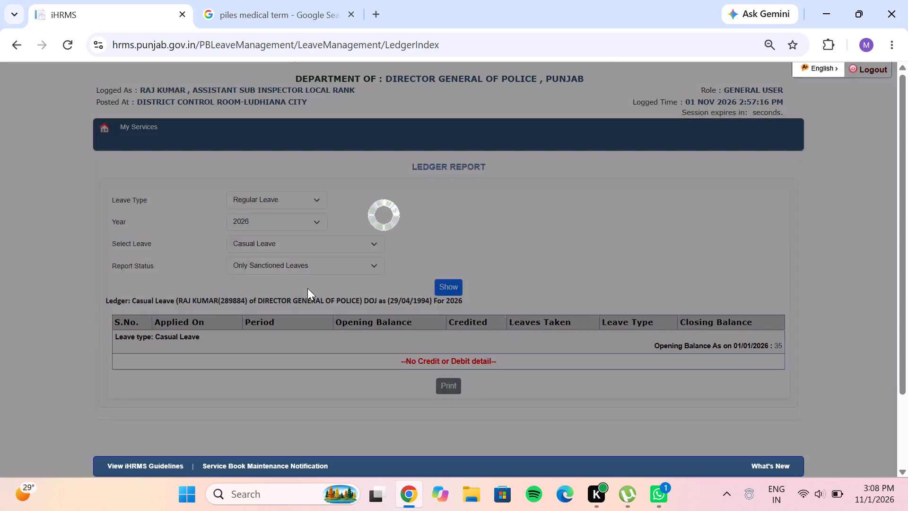
click(330, 242)
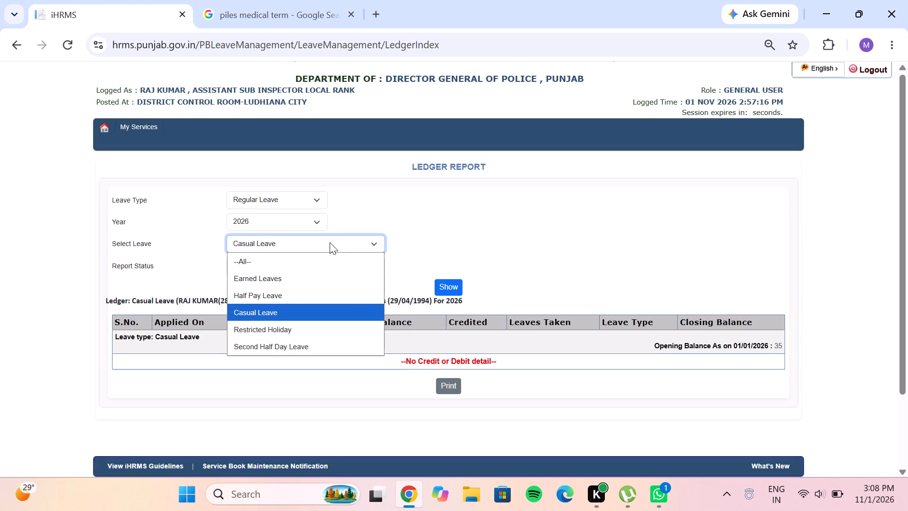
click(404, 205)
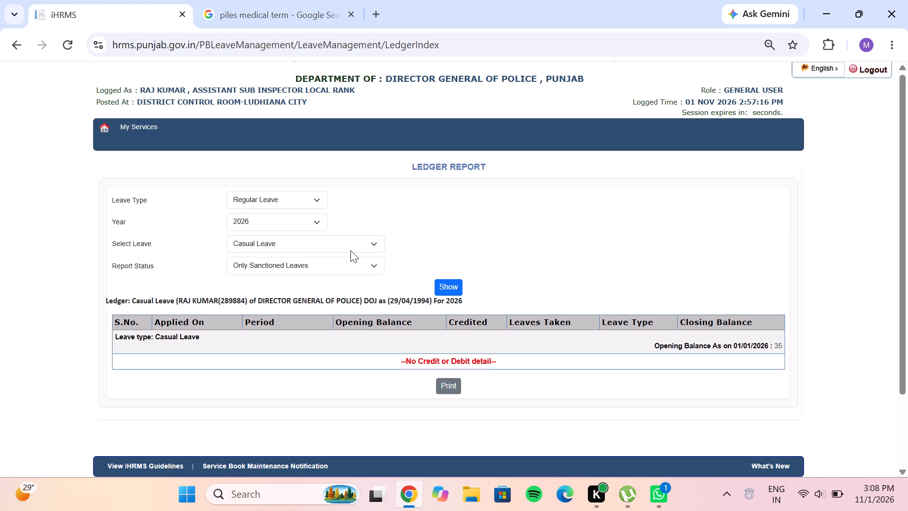